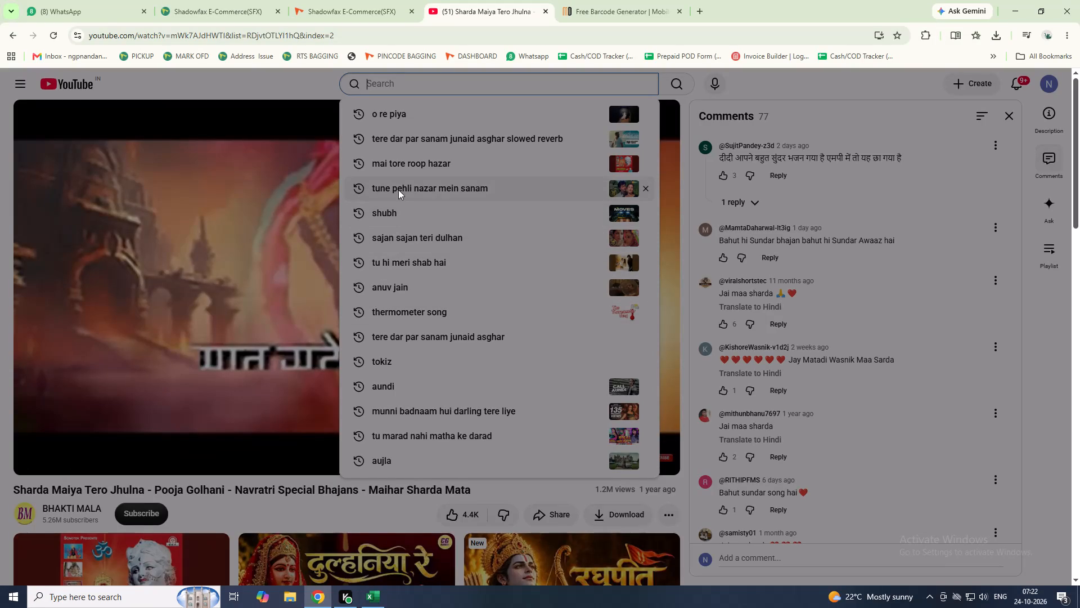
Search YouTube for the earlier query "shubh" and play Karan Aujla's "Winning Speech" music video from the results.
click(395, 212)
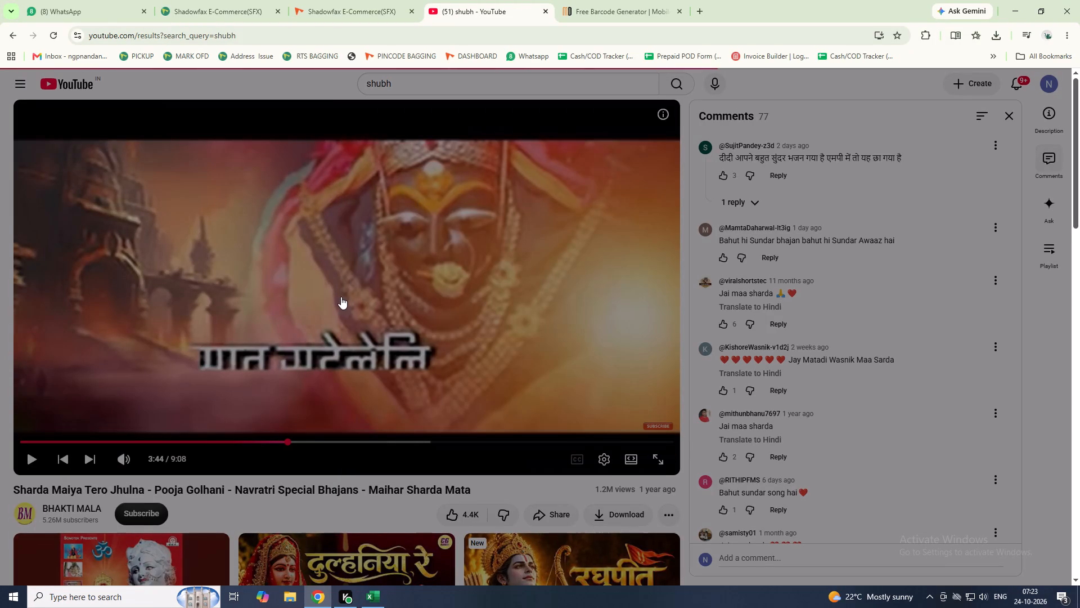
scroll(382, 423, down, 5)
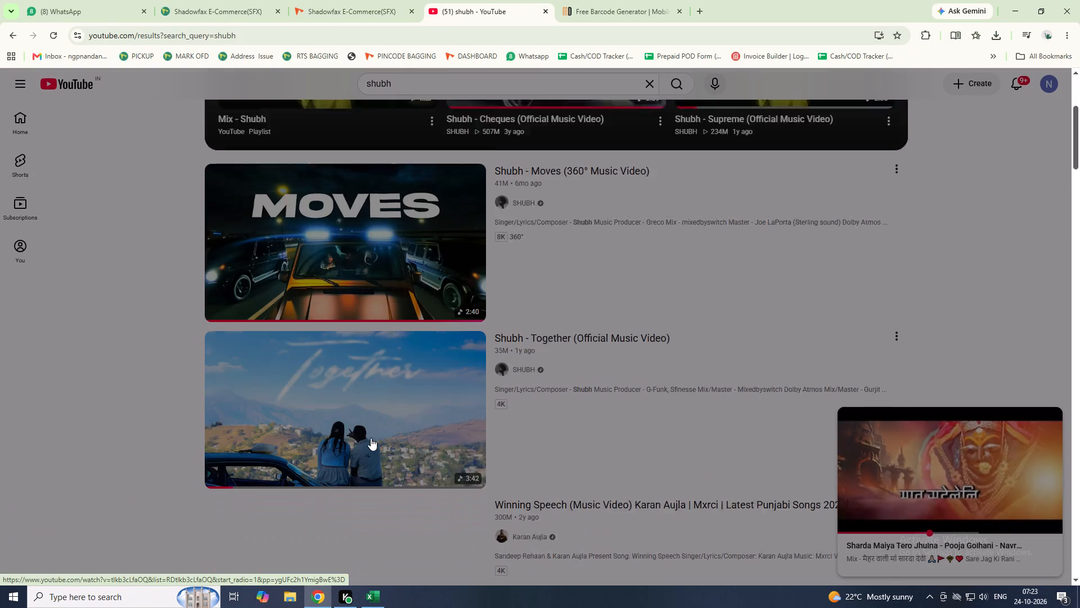
scroll(340, 373, down, 6)
click(356, 205)
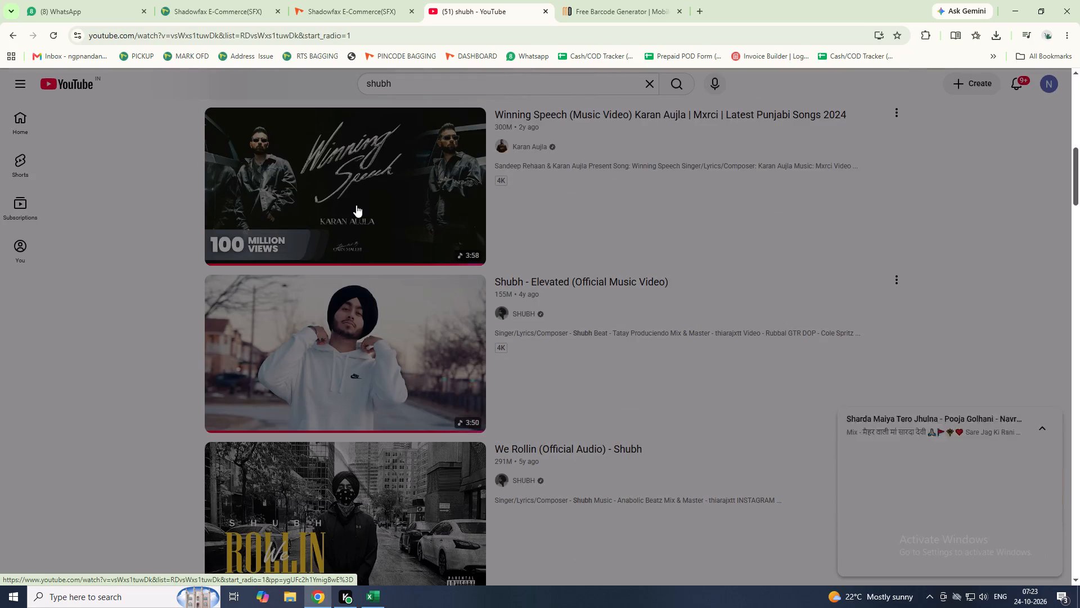
Switch to the Shadowfax Exception Shipments site, open Shipment Tally and make the Scan Shipment AWB field ready for scanning.
click(254, 0)
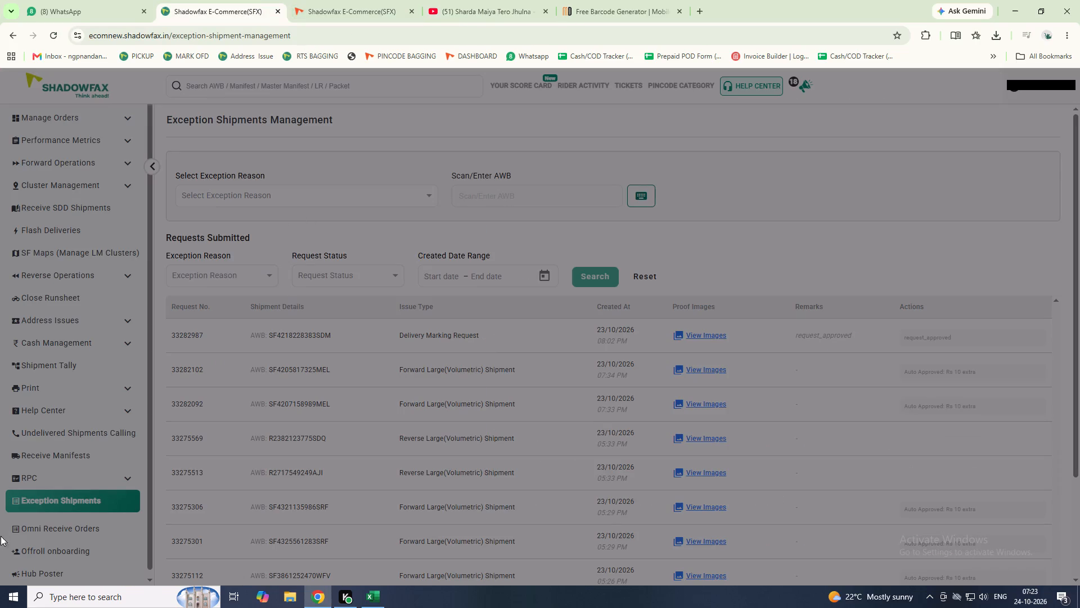
click(53, 363)
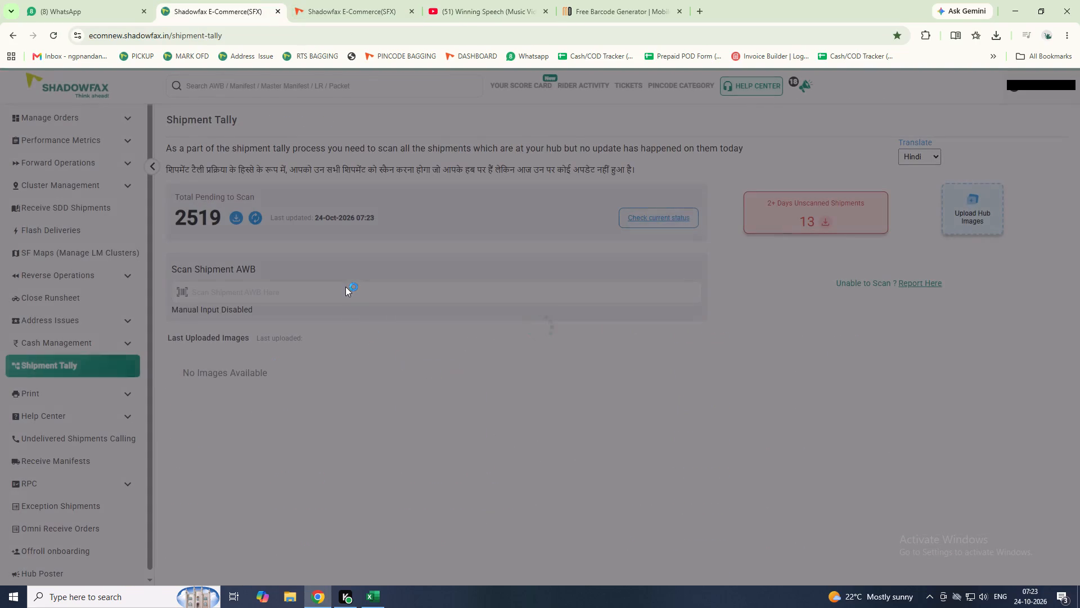
click(344, 287)
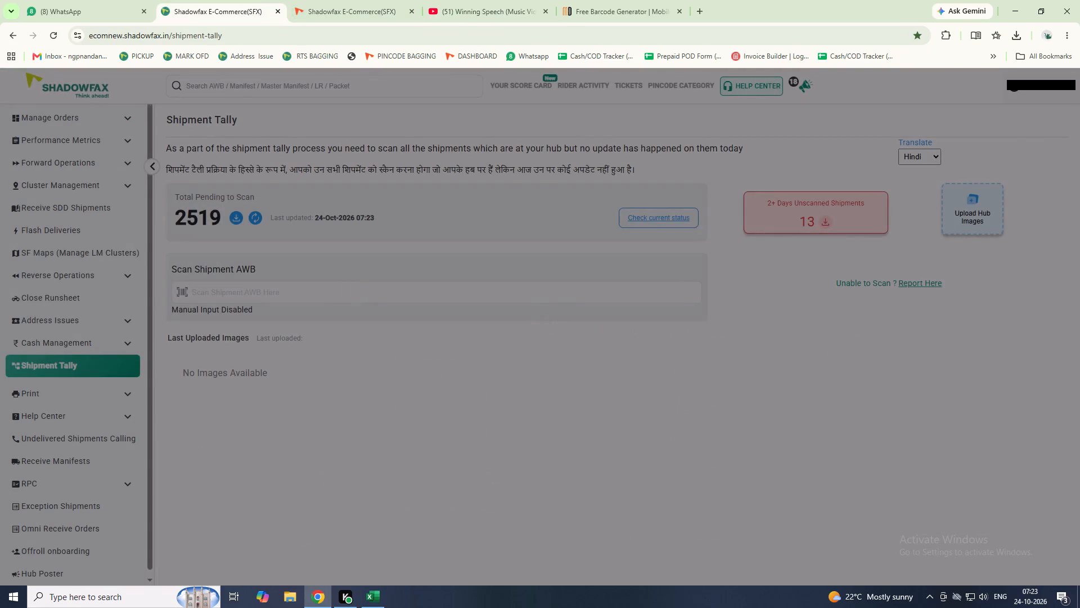
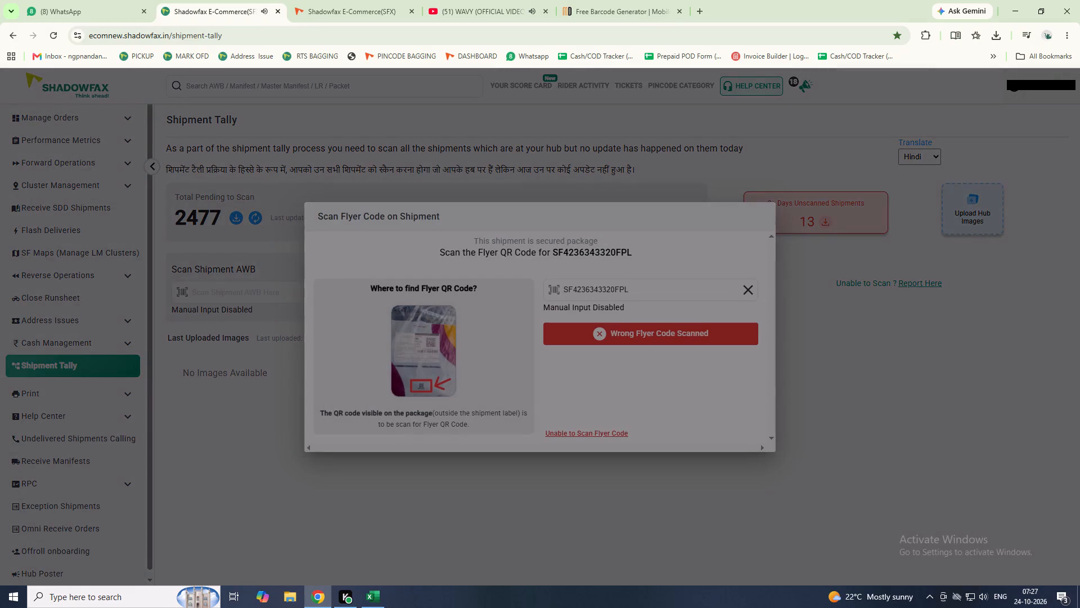
key(ctrl+a)
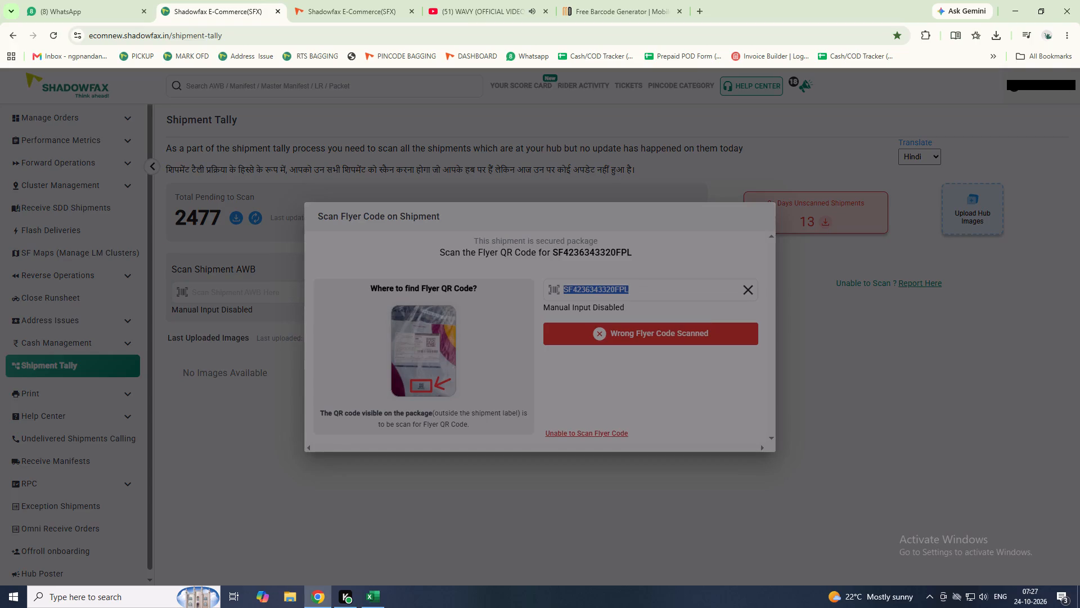
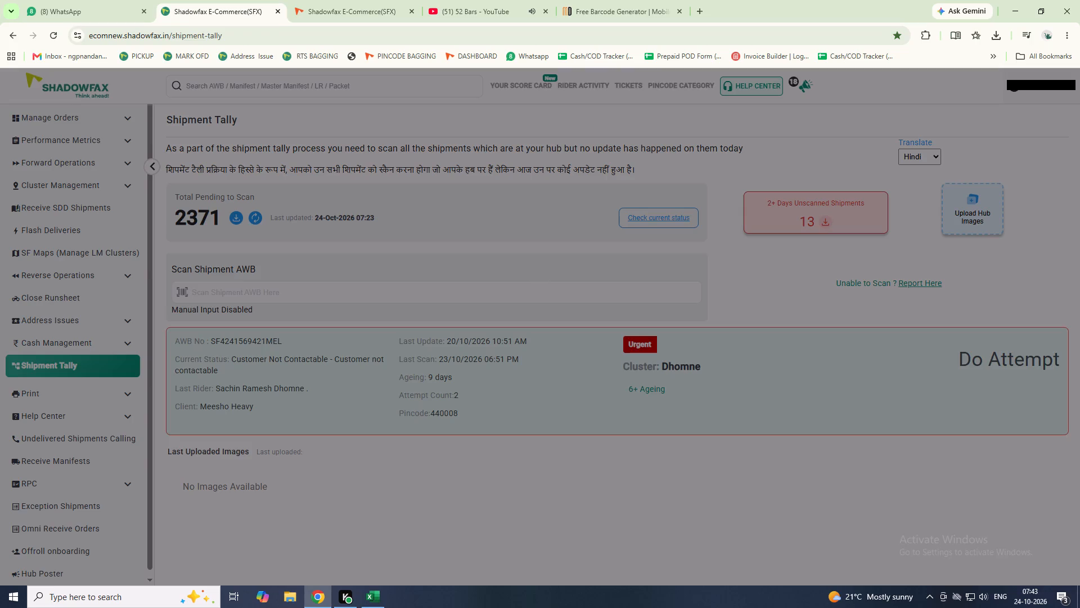
click(294, 49)
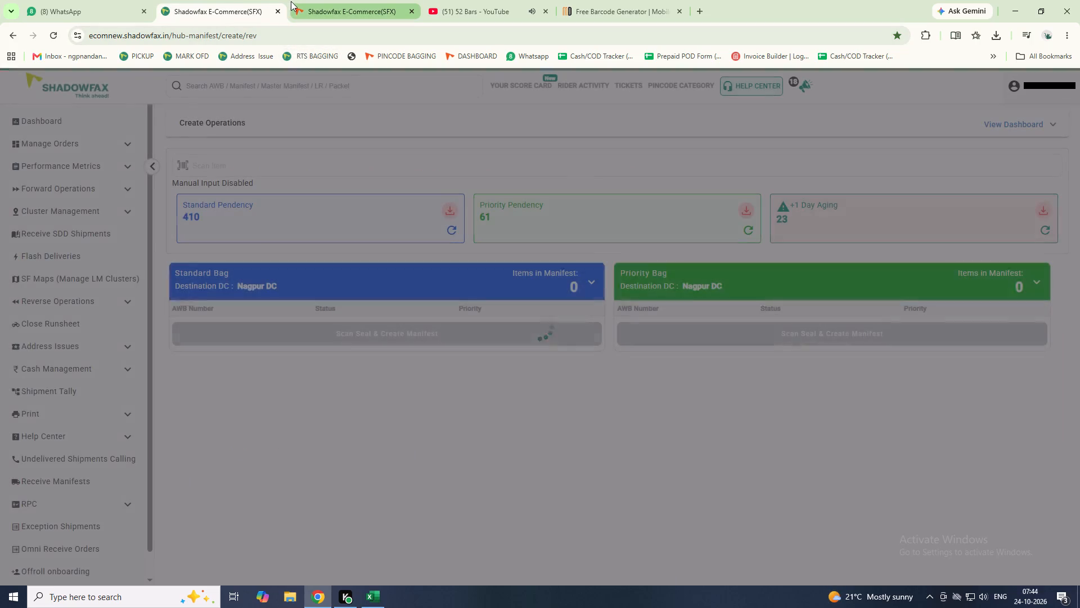
click(262, 157)
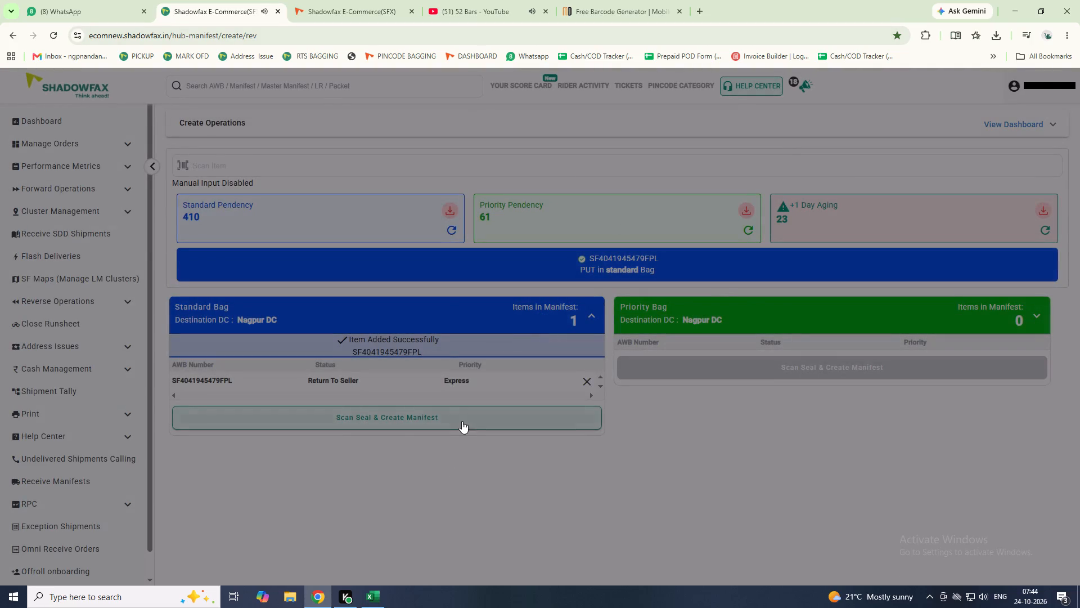
Scan the physical blue seal for the Standard Bag to Nagpur DC and create its manifest.
click(462, 421)
click(462, 352)
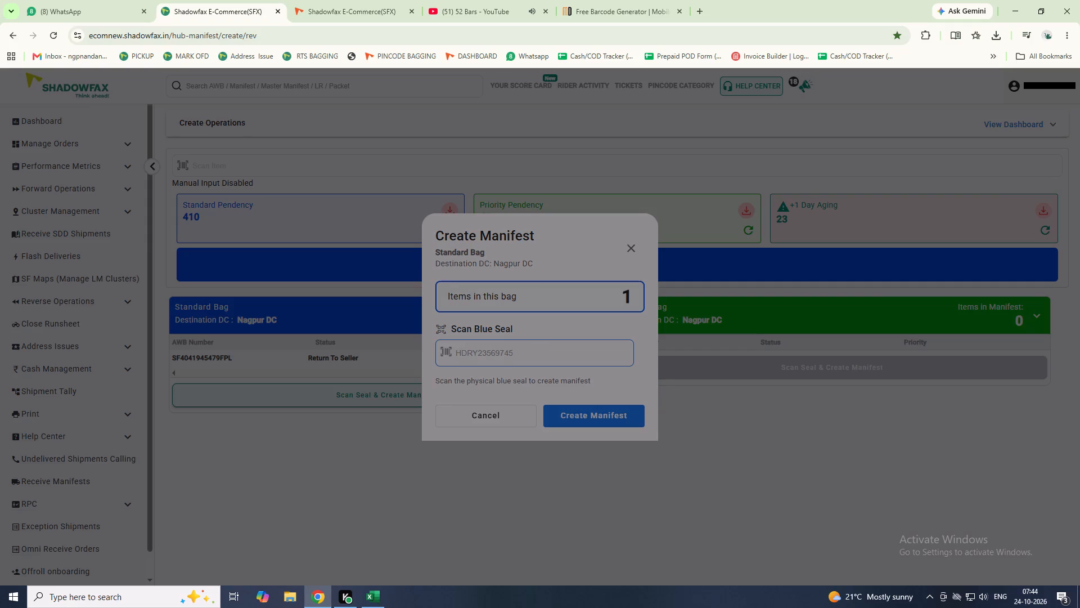
click(585, 421)
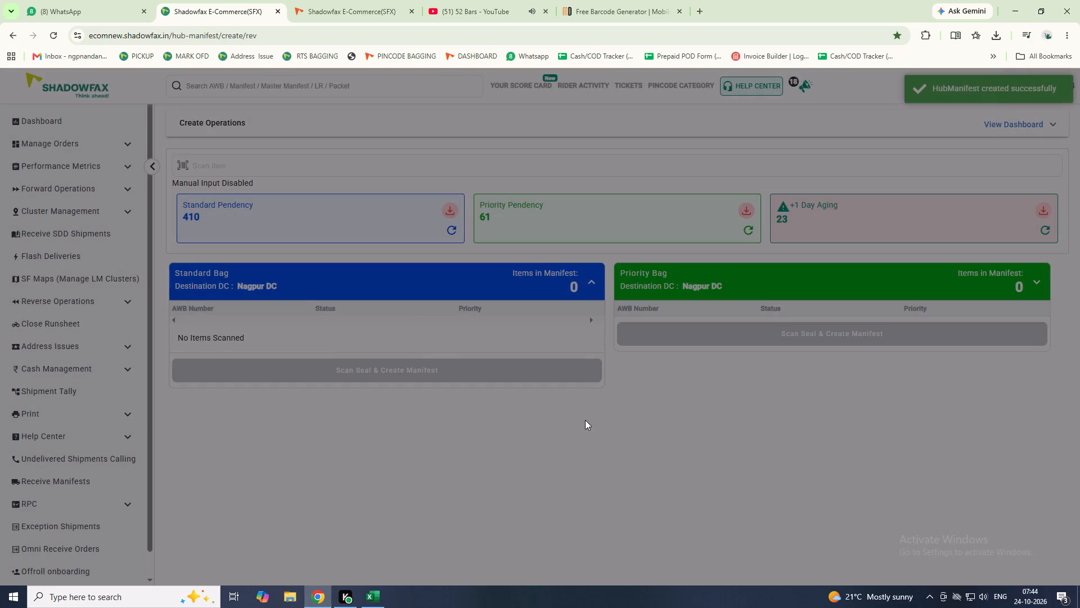
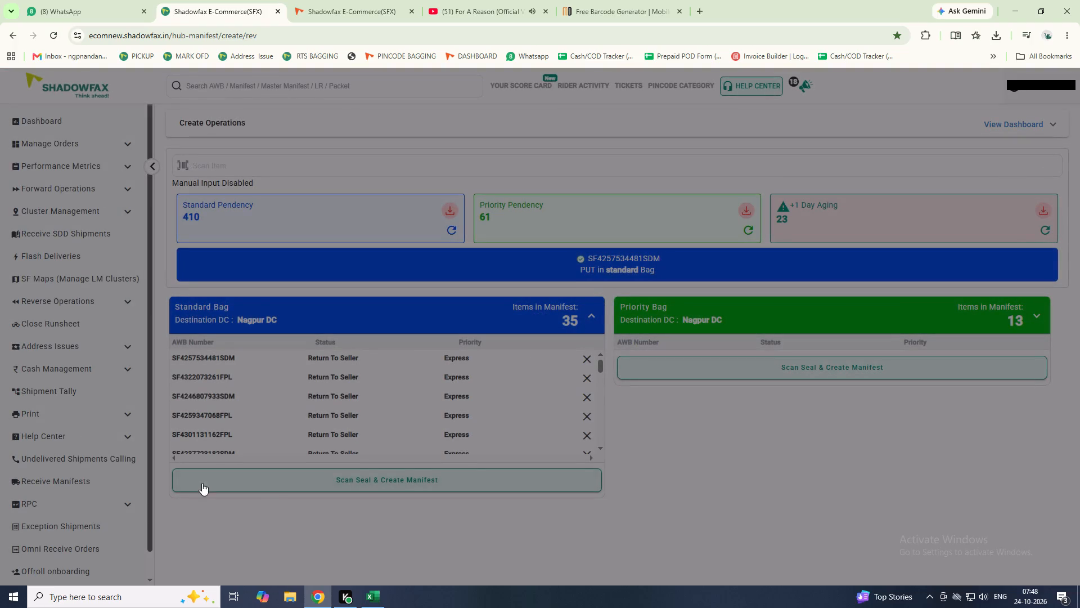
Scan the physical blue seal for the 35-item Standard Bag to Nagpur DC and create its manifest.
double_click(263, 494)
click(444, 371)
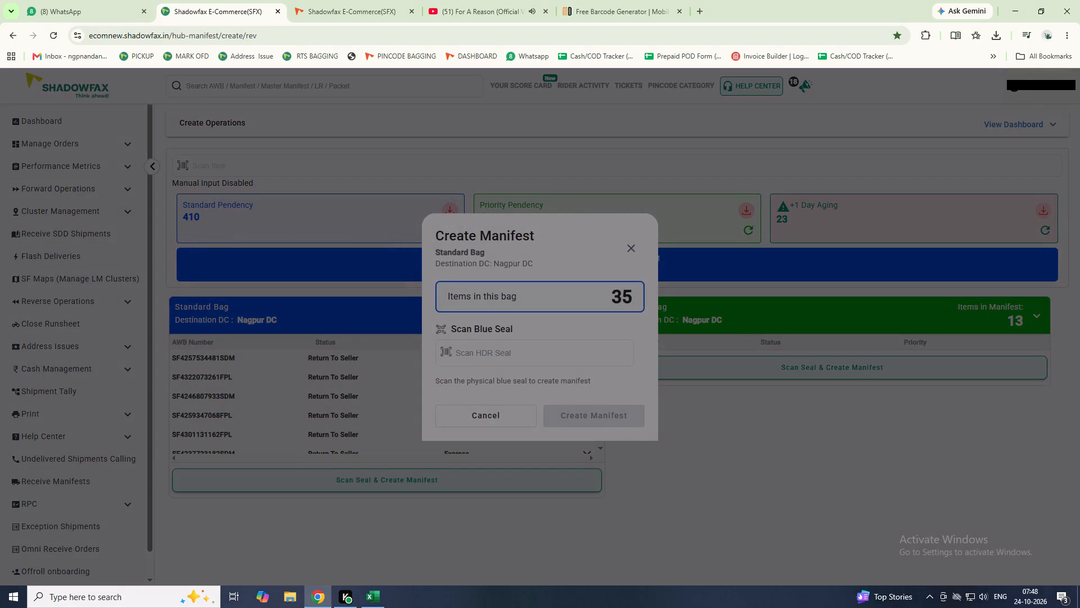
click(462, 362)
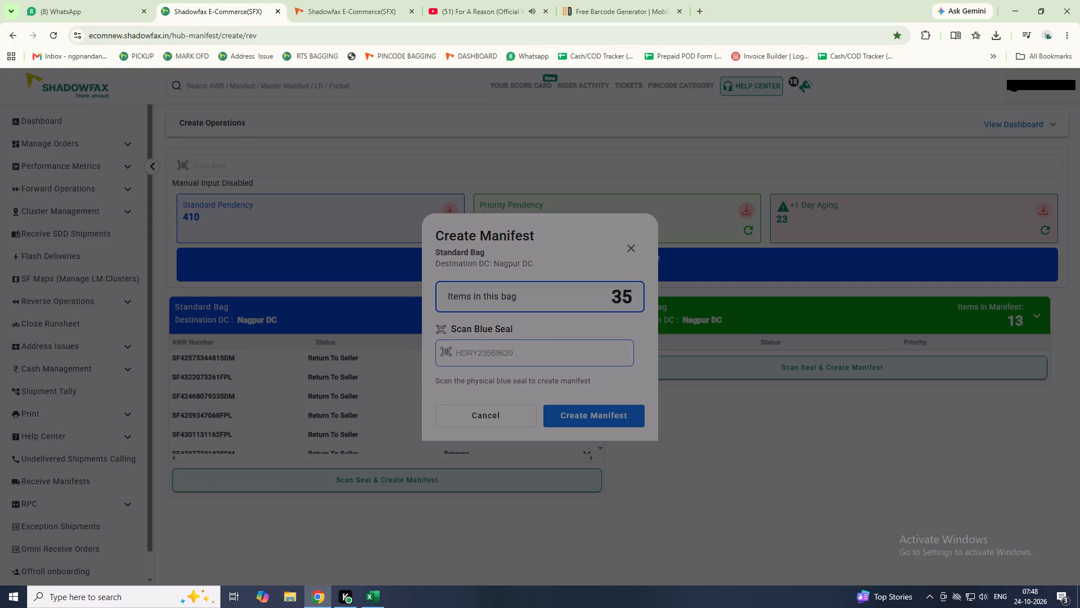
click(621, 410)
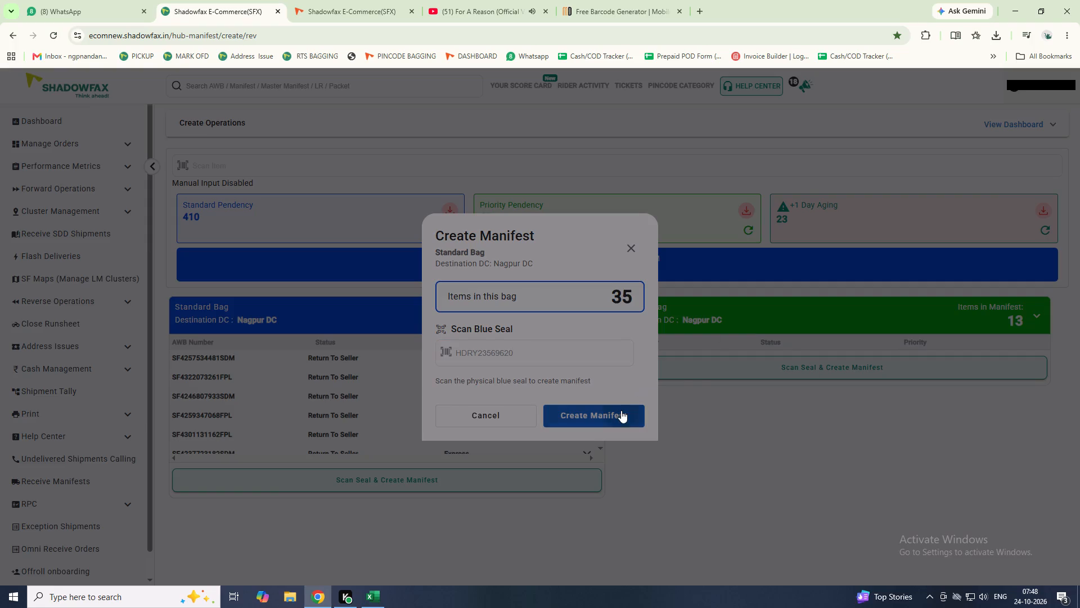
Open the address issues Raise Issue page in the other Shadowfax tab and activate the AWB and manifest search there.
click(380, 0)
click(264, 53)
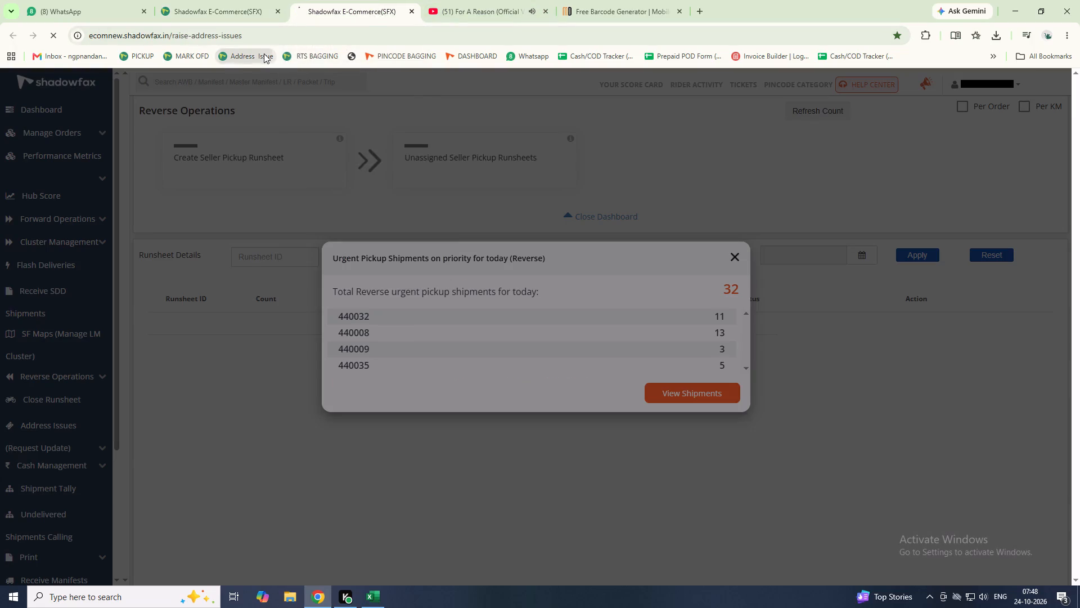
click(231, 0)
click(320, 0)
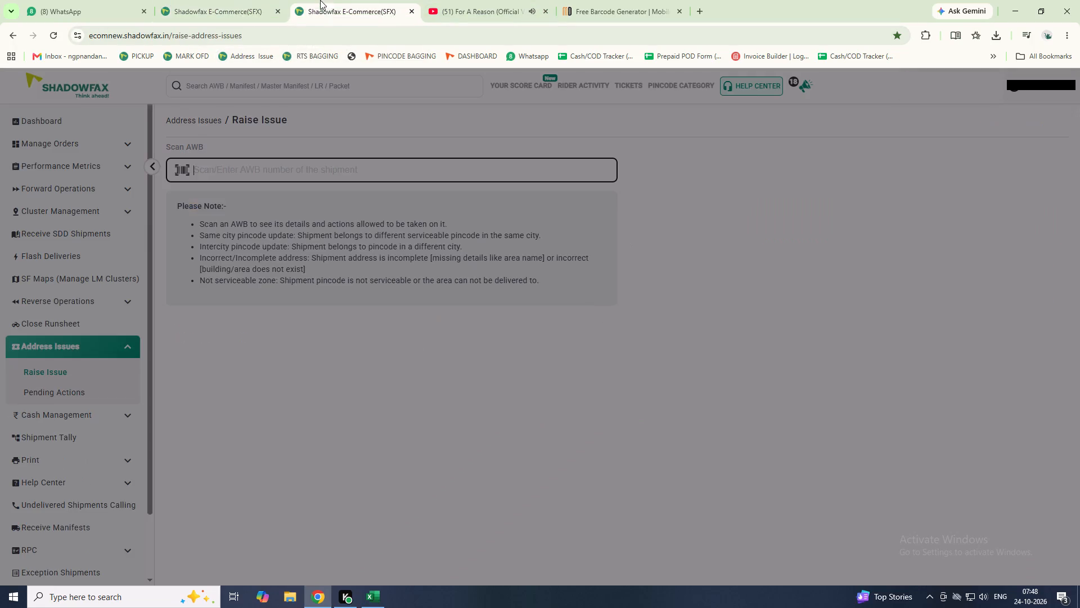
drag(256, 81, 256, 76)
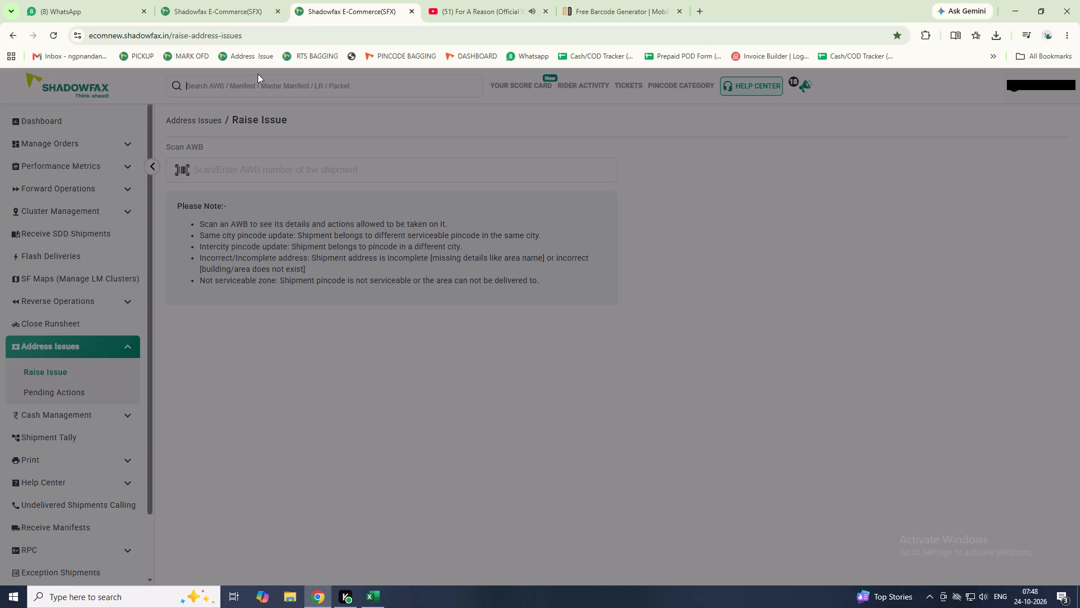
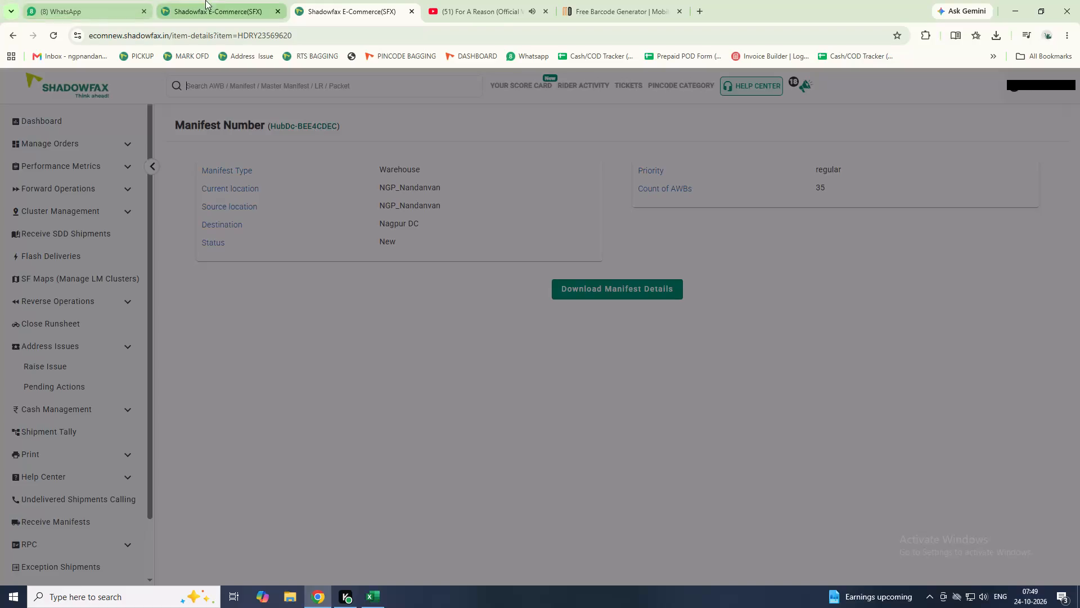
Return to the hub manifest creation page in the other Shadowfax tab and scan return-to-seller shipments into the Nagpur DC Standard and Priority Bags.
click(219, 0)
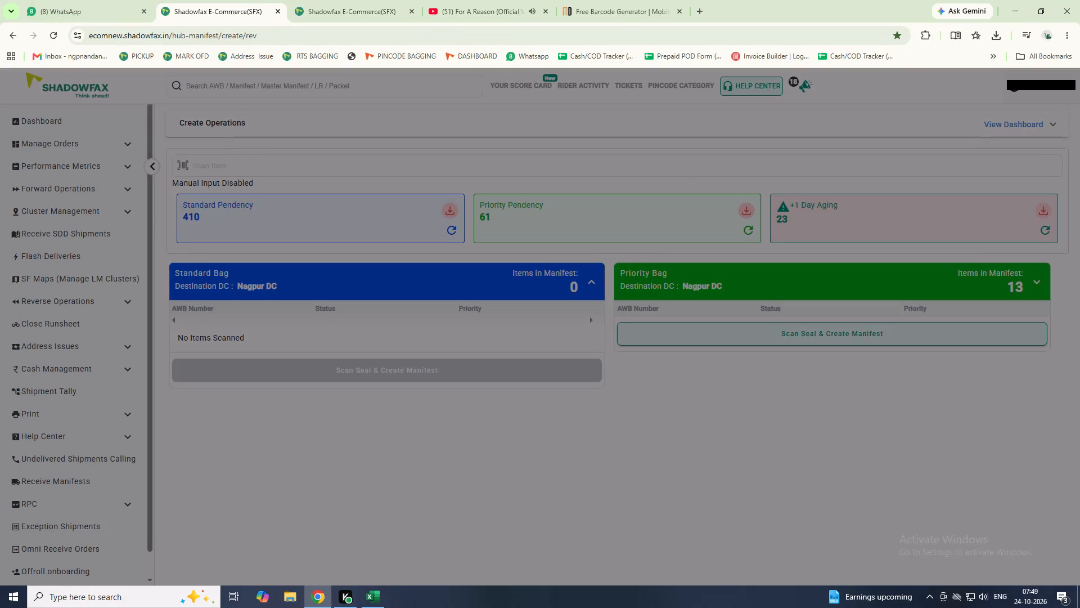
click(231, 169)
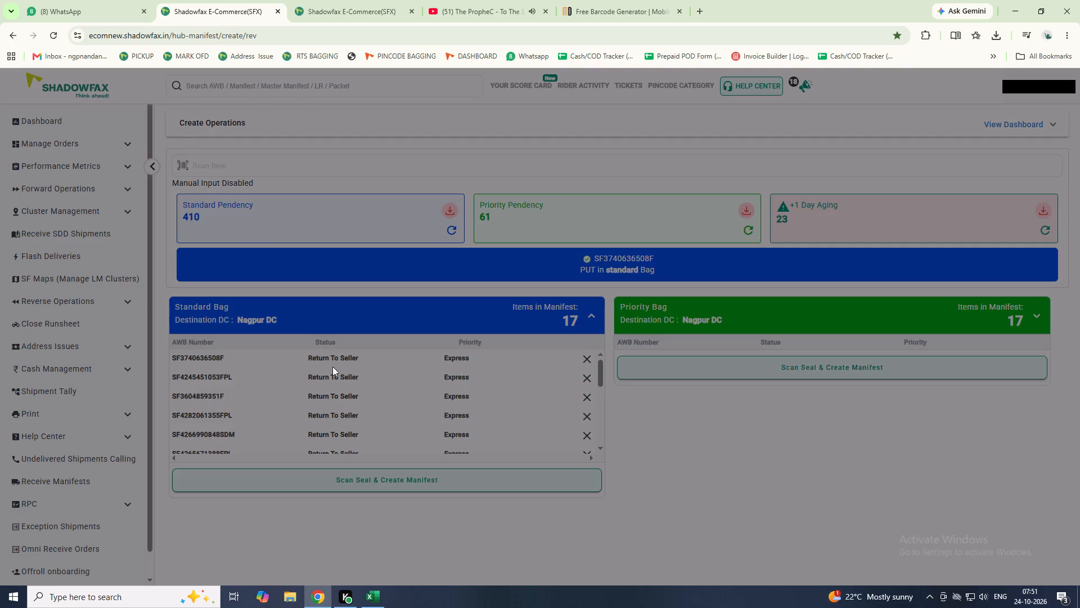
Scan the physical blue seal for the 17-item Standard Bag to Nagpur DC and create its manifest.
click(371, 485)
click(499, 359)
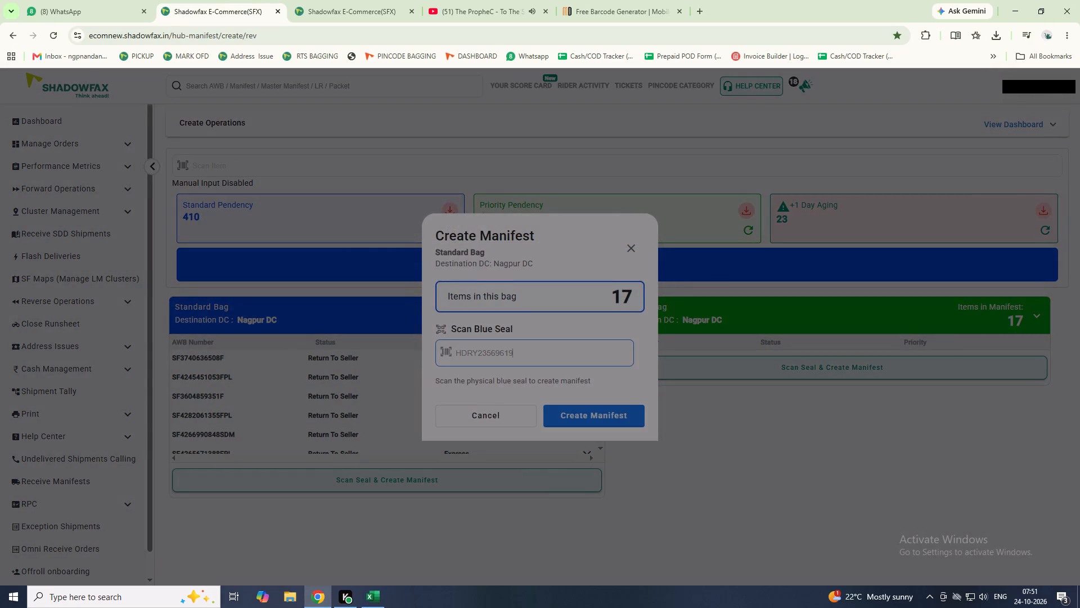
click(589, 415)
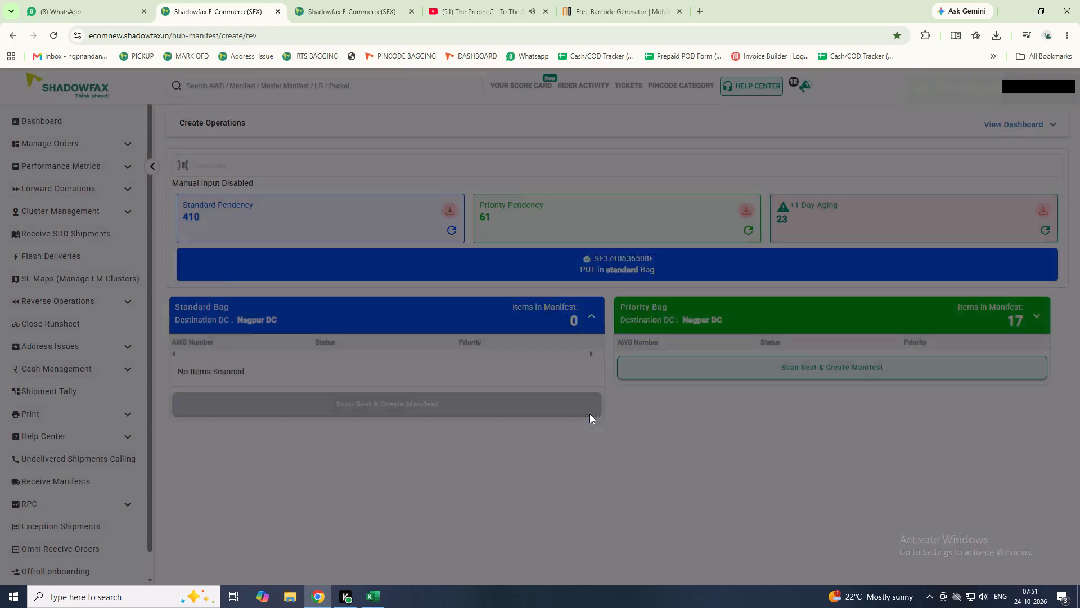
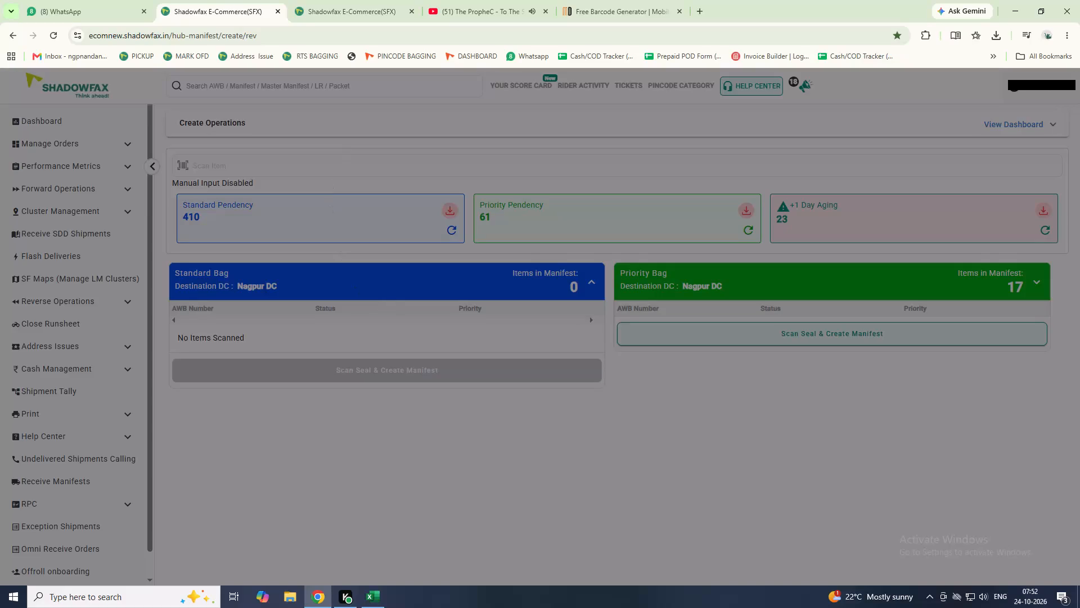
Scan more return-to-seller shipments into the Nagpur DC Standard and Priority Bags.
click(344, 162)
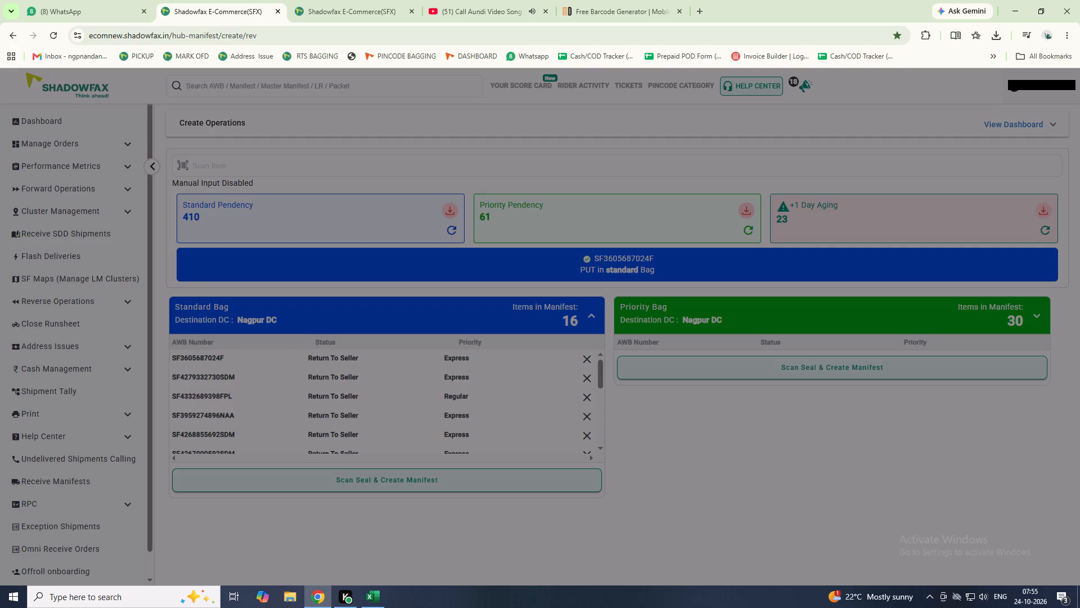
Scan the physical green seal for the Priority Bag to Nagpur DC and create its manifest.
click(691, 368)
click(528, 342)
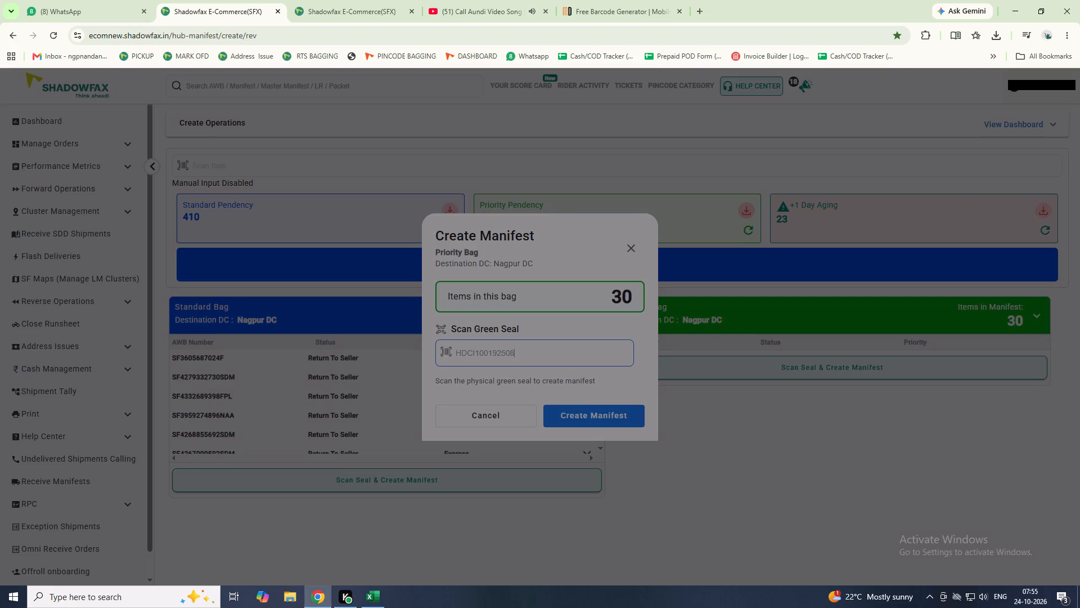
click(626, 422)
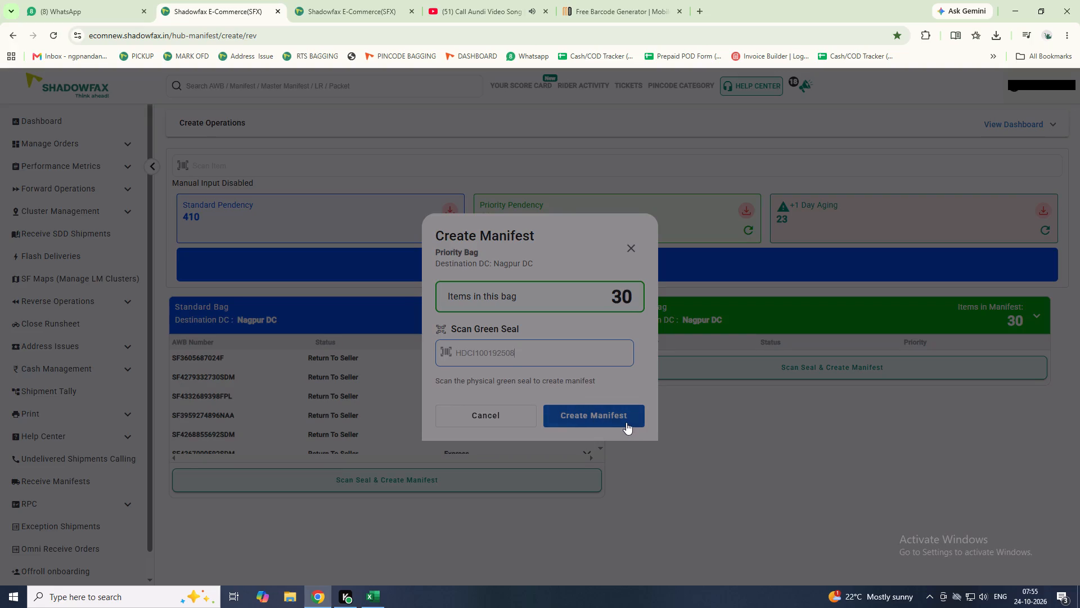